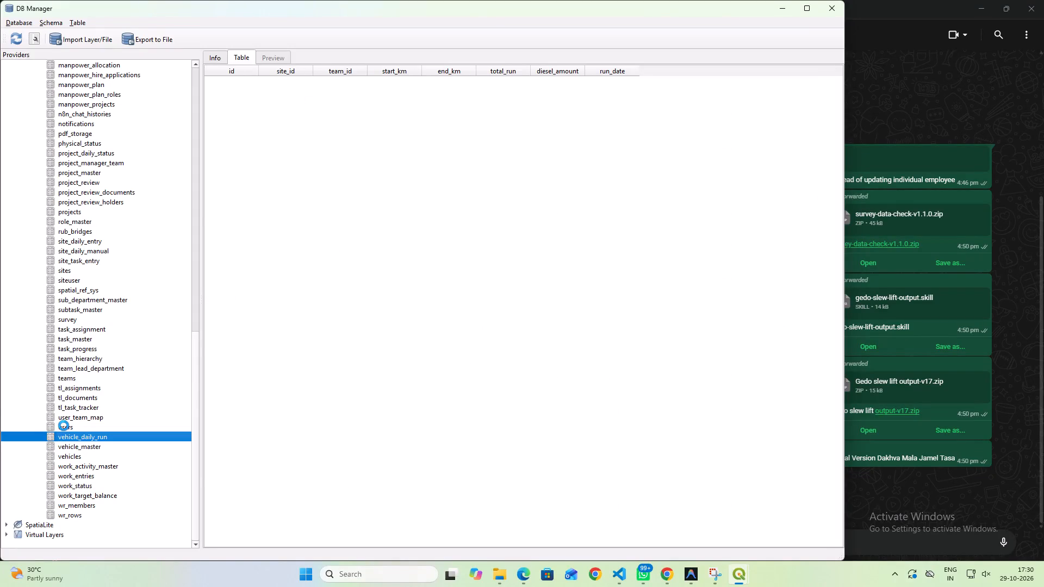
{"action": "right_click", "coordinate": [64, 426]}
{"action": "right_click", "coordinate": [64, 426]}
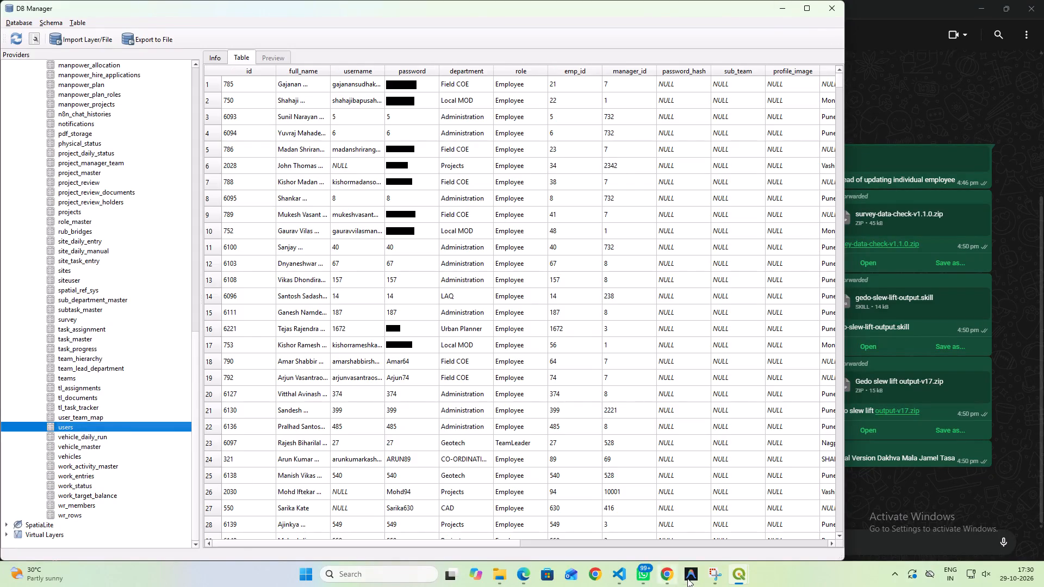
Return to the main QGIS project window and open the attribute table of the users layer.
{"action": "left_click", "coordinate": [699, 526]}
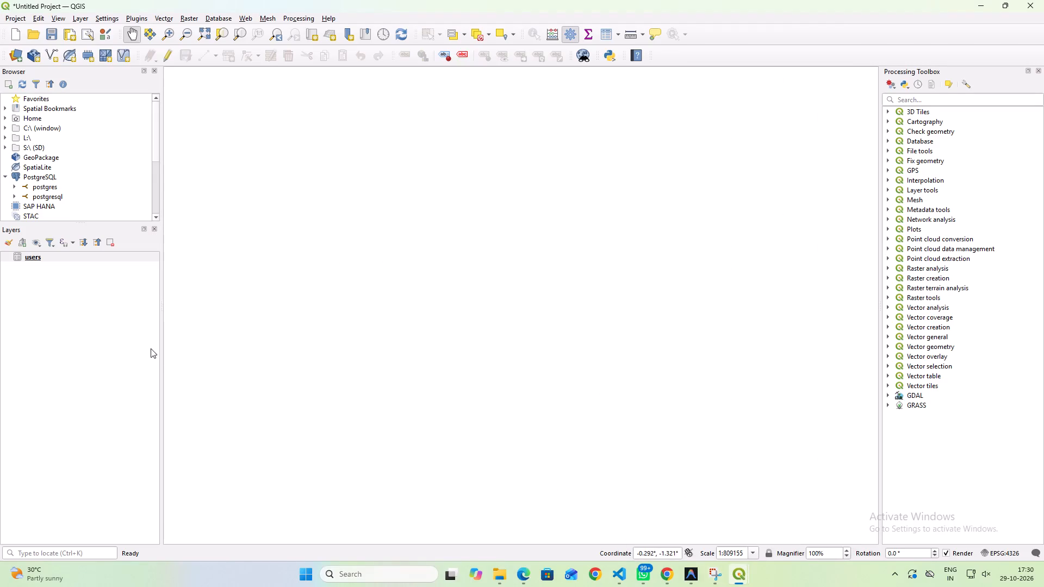
{"action": "right_click", "coordinate": [26, 254]}
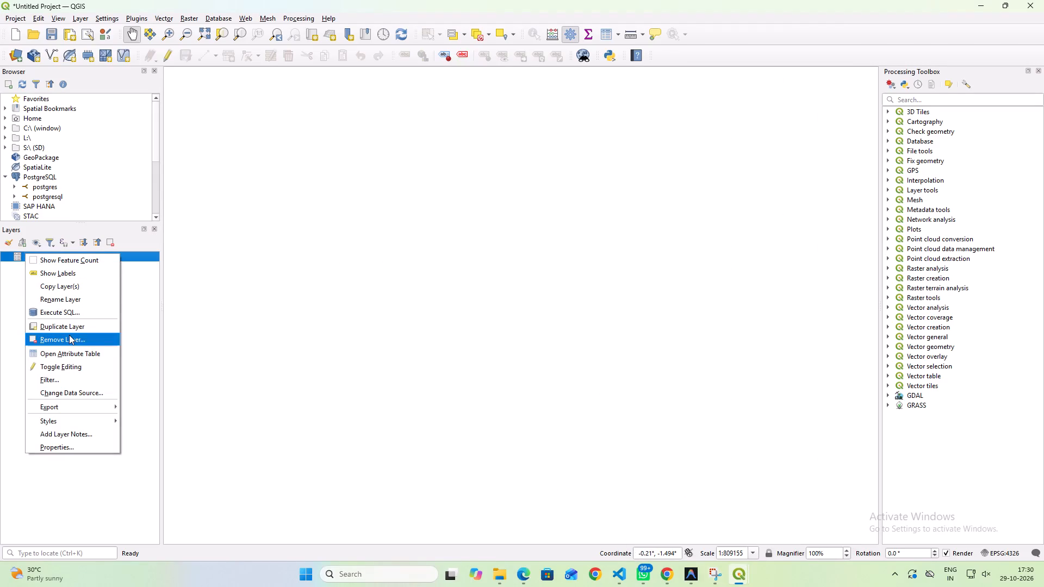
{"action": "left_click", "coordinate": [75, 357]}
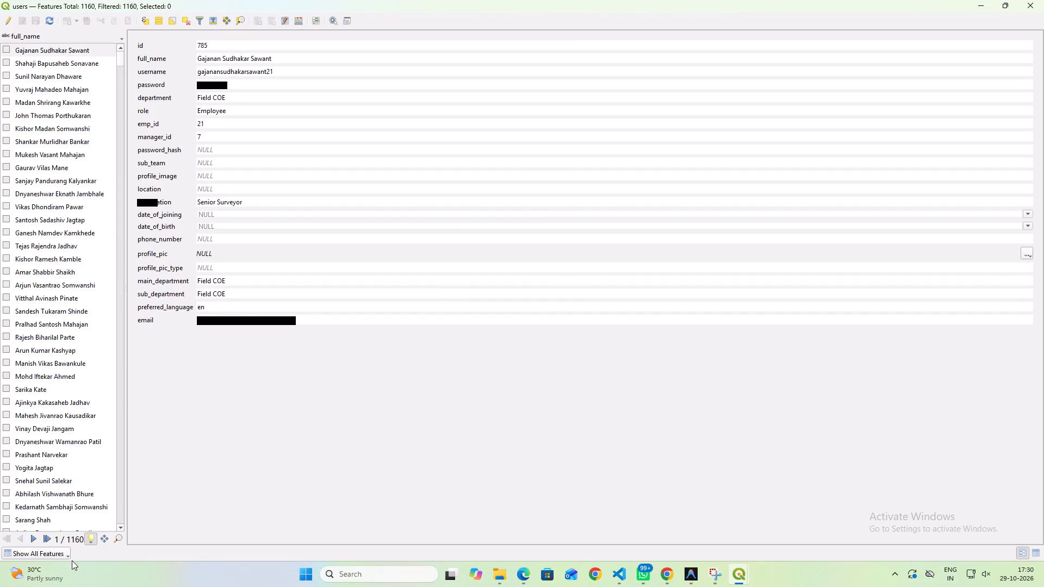
{"action": "left_click", "coordinate": [62, 548]}
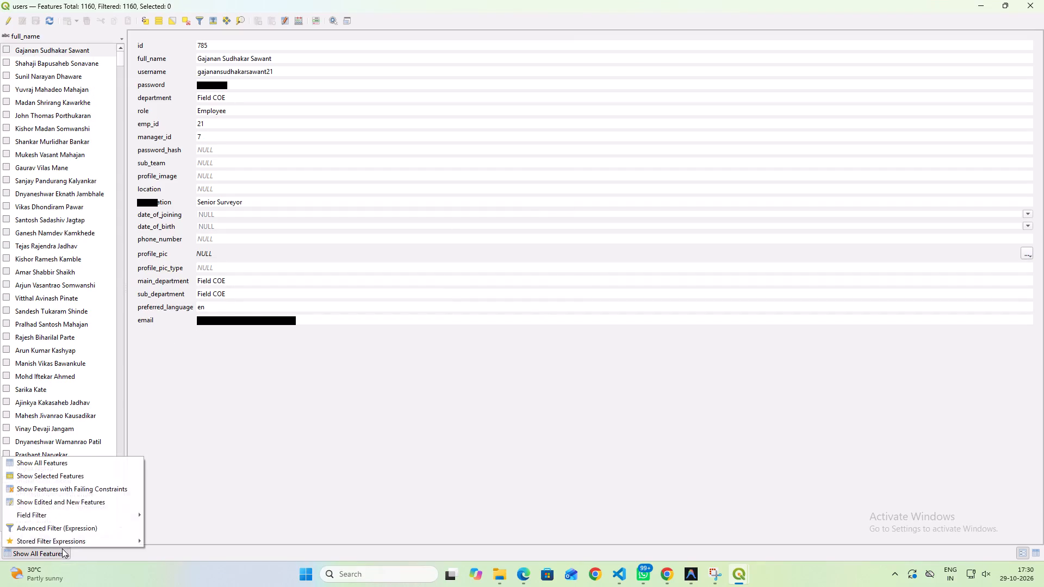
{"action": "left_click", "coordinate": [67, 514]}
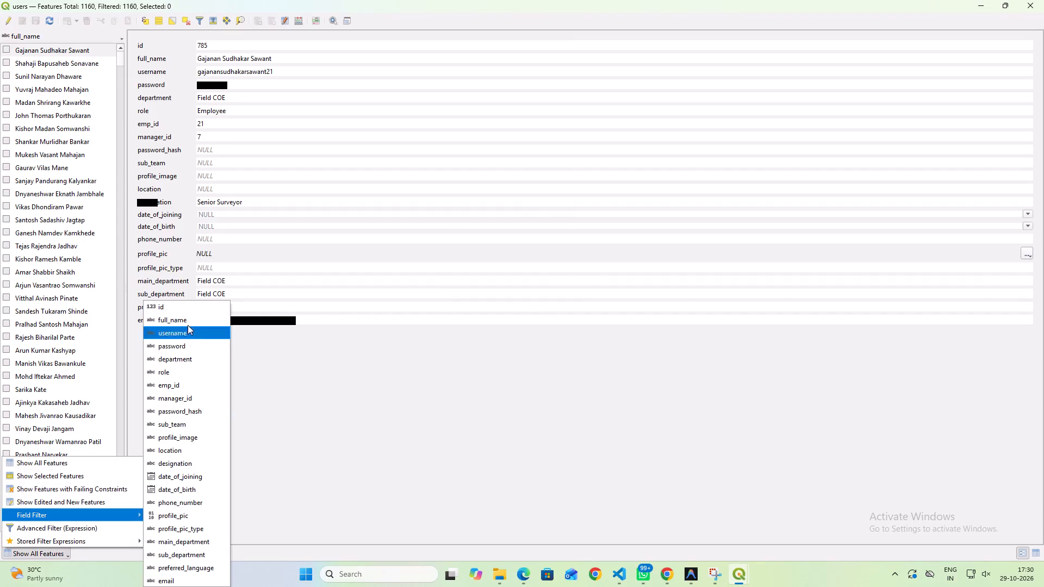
{"action": "left_click", "coordinate": [162, 380]}
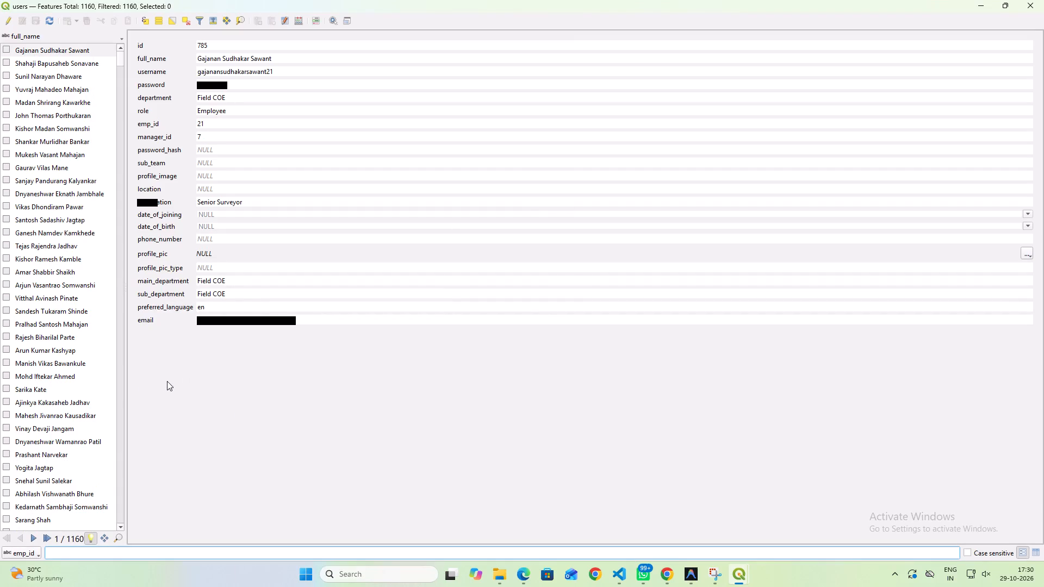
{"action": "type", "text": "2296"}
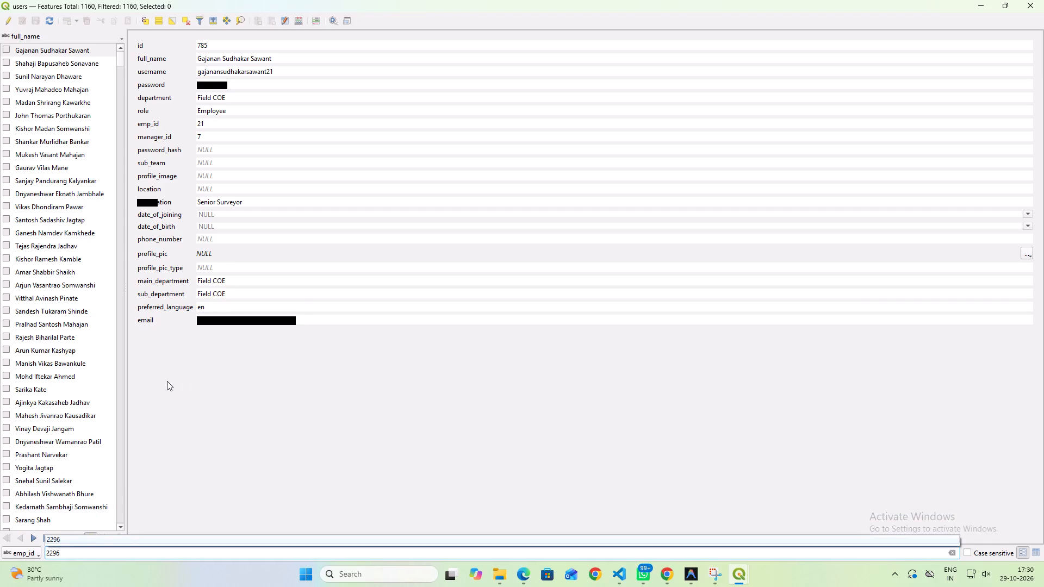
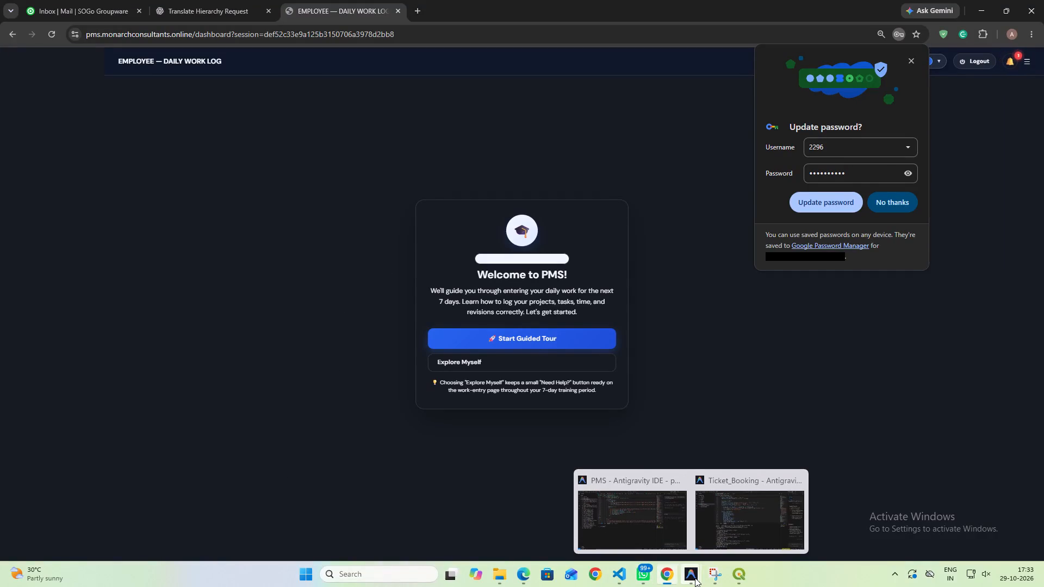
{"action": "left_click", "coordinate": [738, 568]}
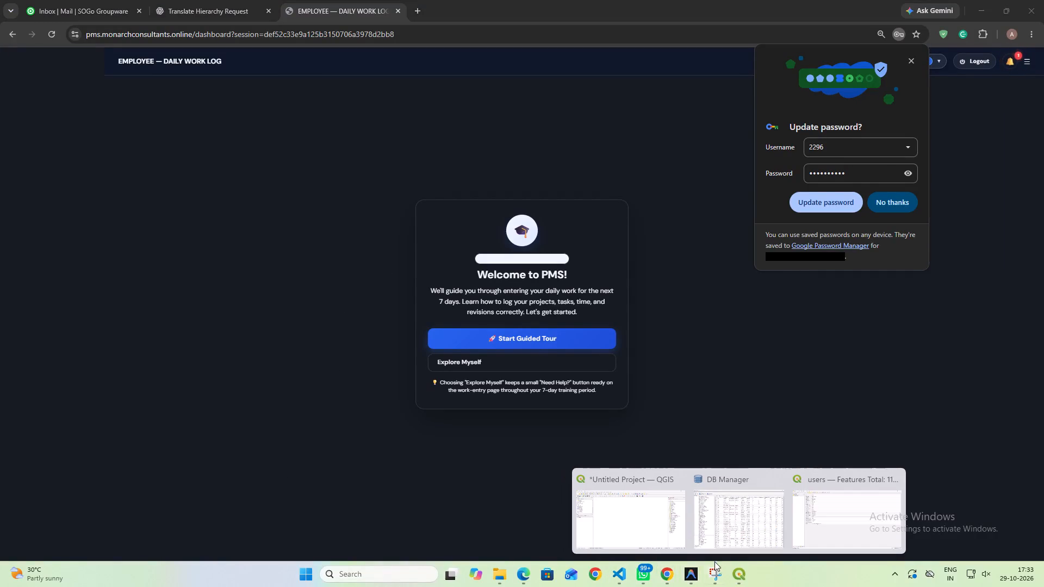
{"action": "left_click", "coordinate": [724, 517]}
{"action": "left_click", "coordinate": [743, 570]}
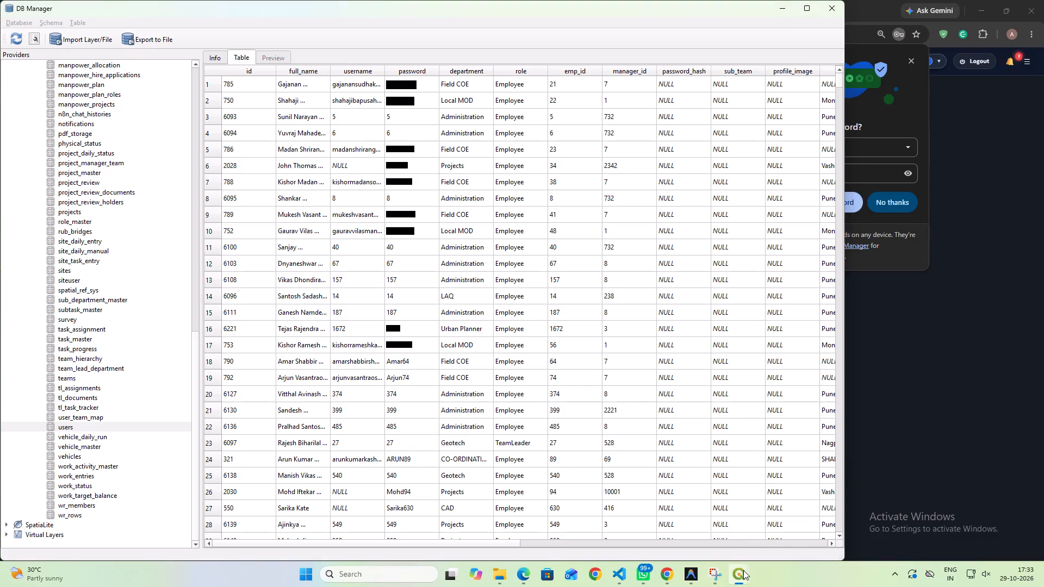
{"action": "left_click", "coordinate": [825, 519]}
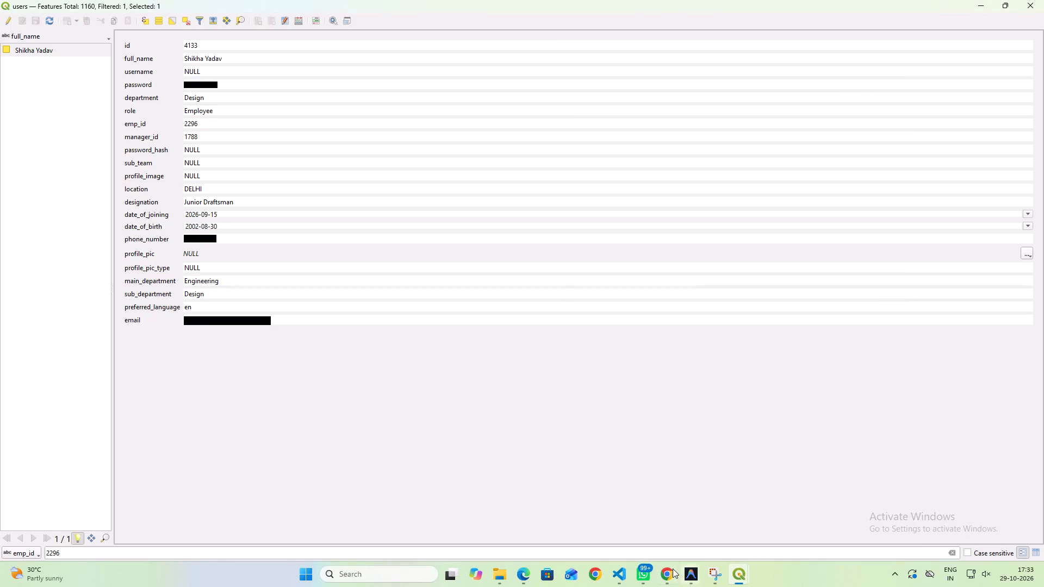
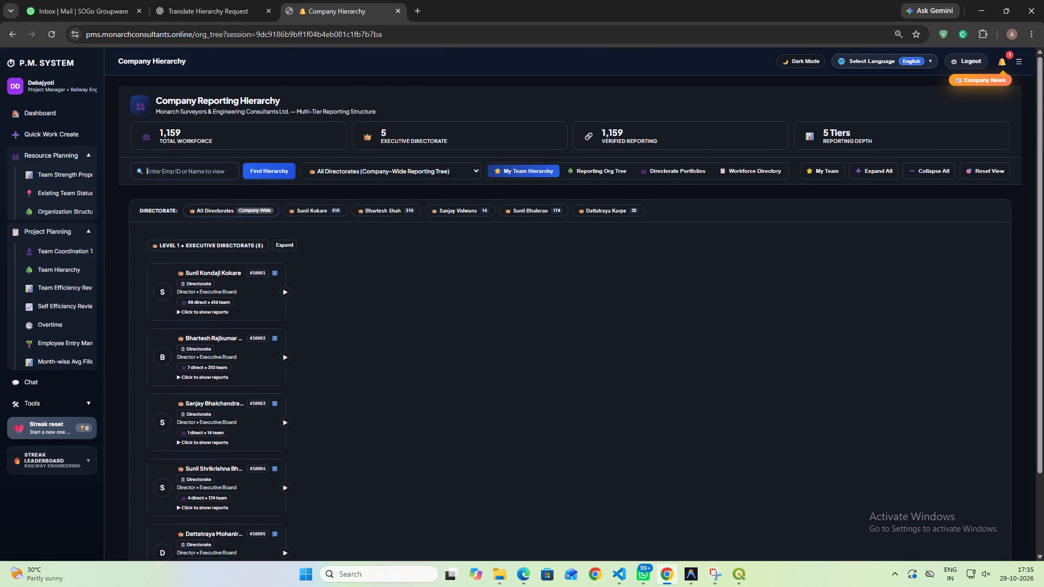
{"action": "type", "text": "2392"}
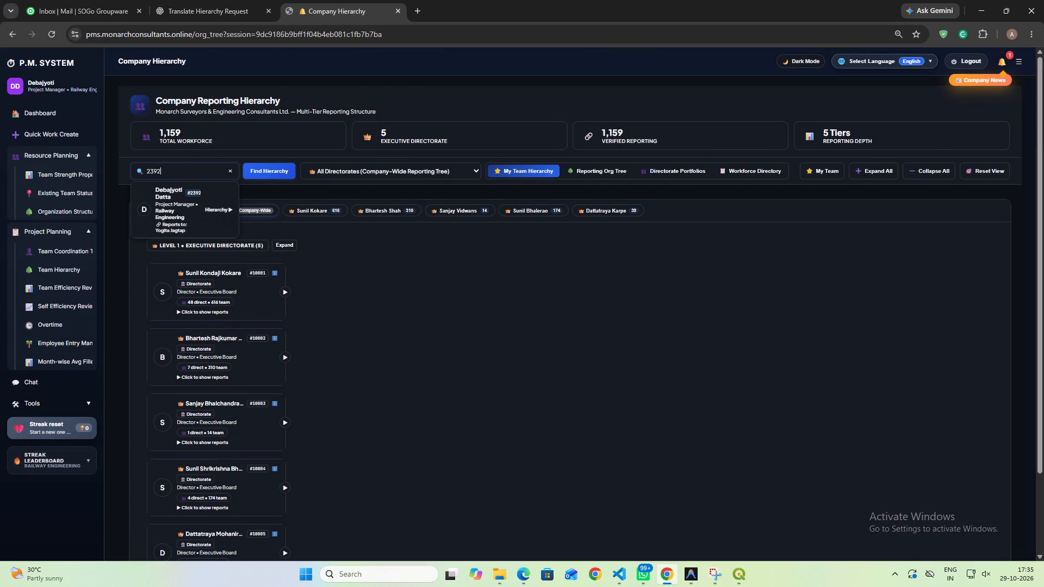
{"action": "left_click", "coordinate": [223, 210]}
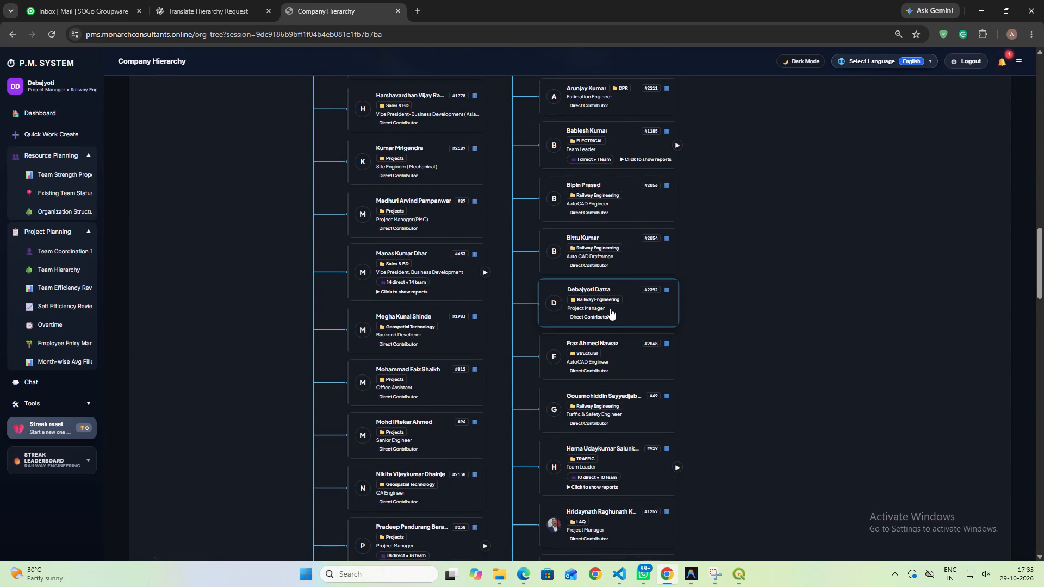
{"action": "left_click", "coordinate": [610, 308]}
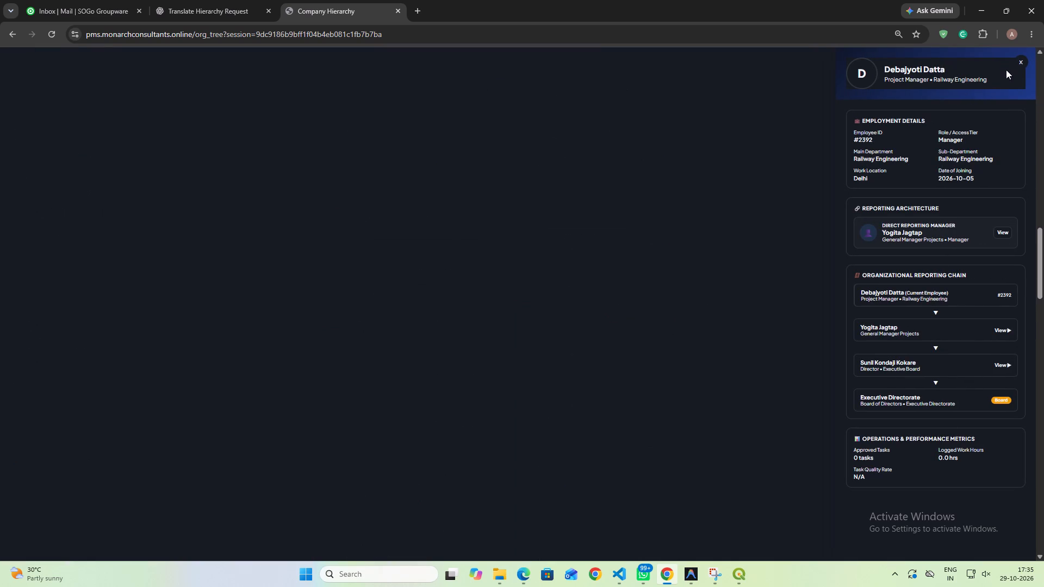
{"action": "left_click", "coordinate": [1021, 60]}
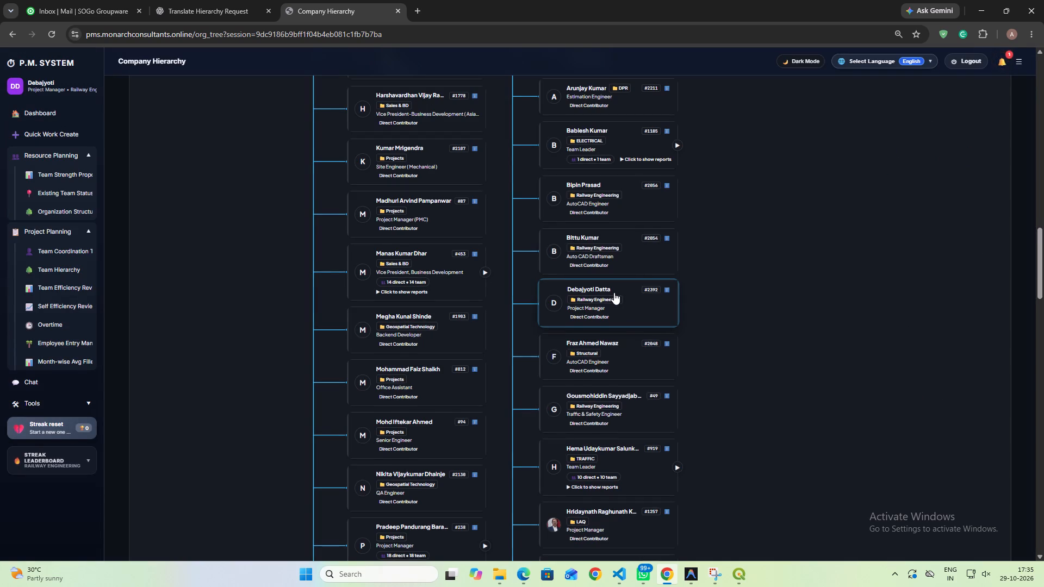
{"action": "scroll", "coordinate": [614, 292], "scroll_direction": "up", "scroll_amount": 8}
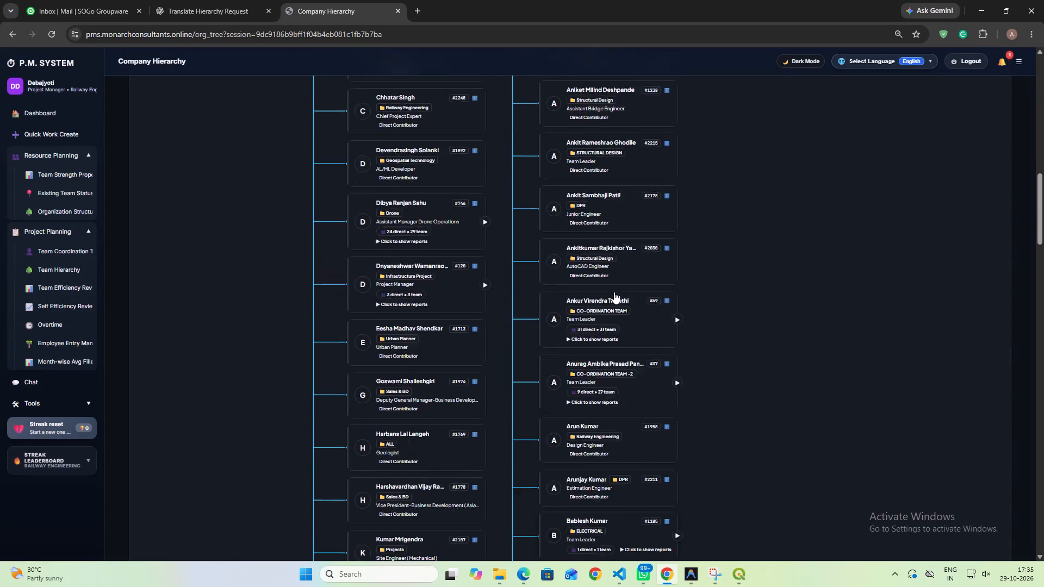
{"action": "scroll", "coordinate": [614, 291], "scroll_direction": "up", "scroll_amount": 13}
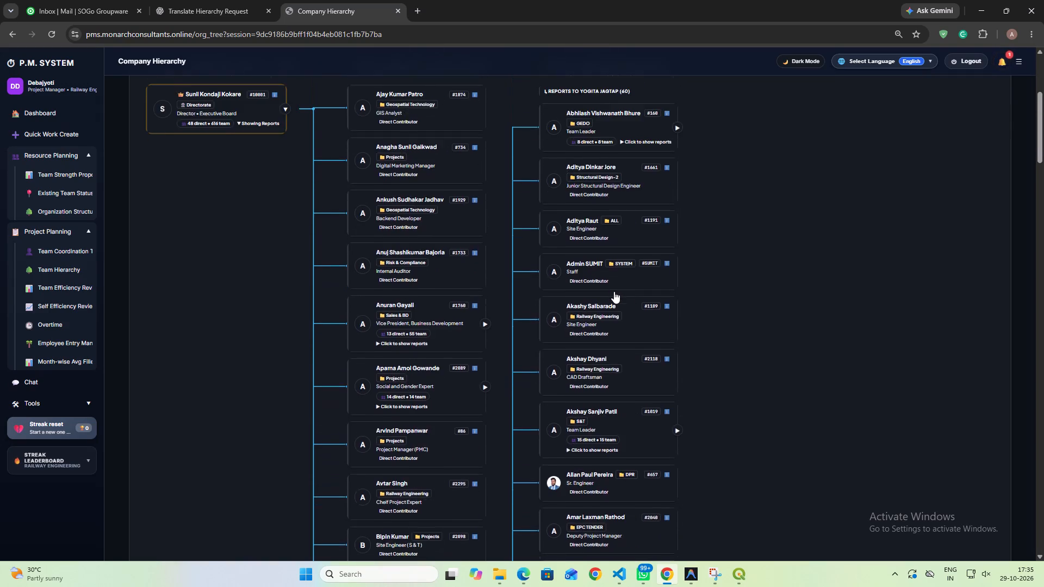
{"action": "scroll", "coordinate": [614, 291], "scroll_direction": "up", "scroll_amount": 3}
{"action": "scroll", "coordinate": [614, 291], "scroll_direction": "down", "scroll_amount": 19}
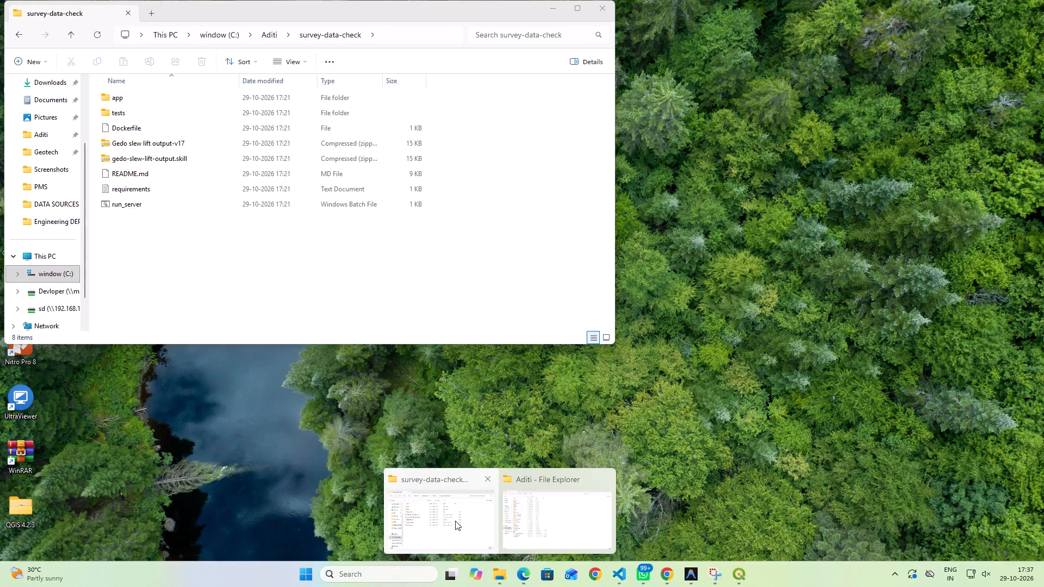
Switch to File Explorer and look through the DATA SOURCES folder and its Dept wise Hierarchy subfolder for employee files.
{"action": "left_click", "coordinate": [517, 518]}
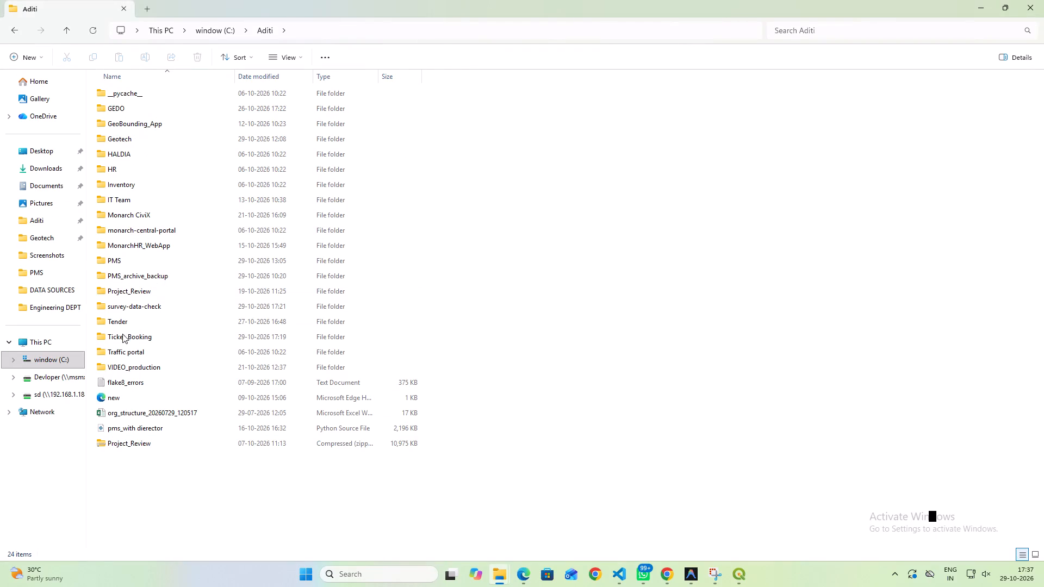
{"action": "left_click", "coordinate": [57, 293]}
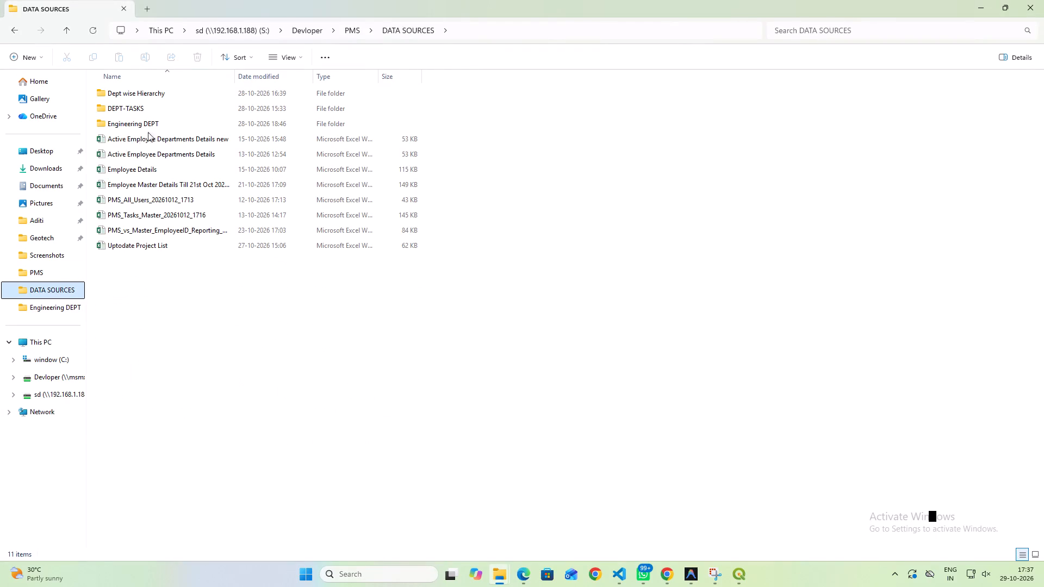
{"action": "left_click", "coordinate": [146, 122]}
{"action": "left_click", "coordinate": [130, 99]}
{"action": "double_click", "coordinate": [134, 97]}
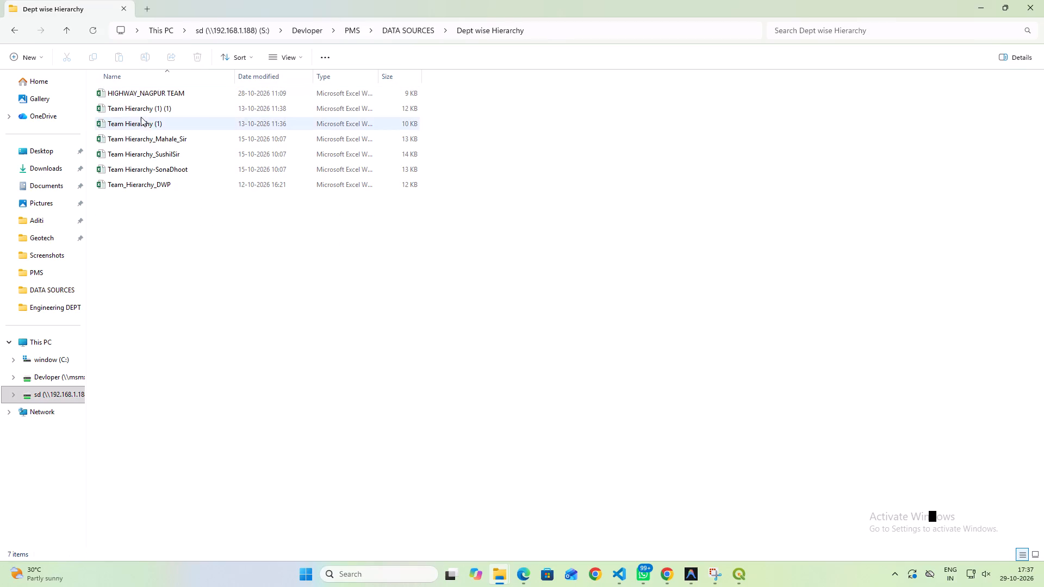
{"action": "left_click", "coordinate": [9, 22]}
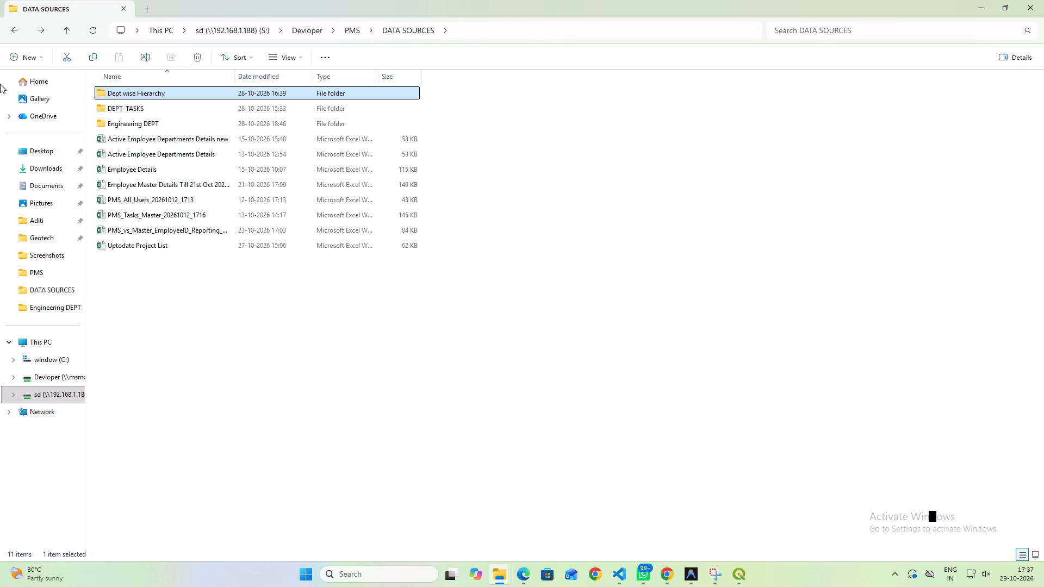
{"action": "left_click", "coordinate": [17, 33]}
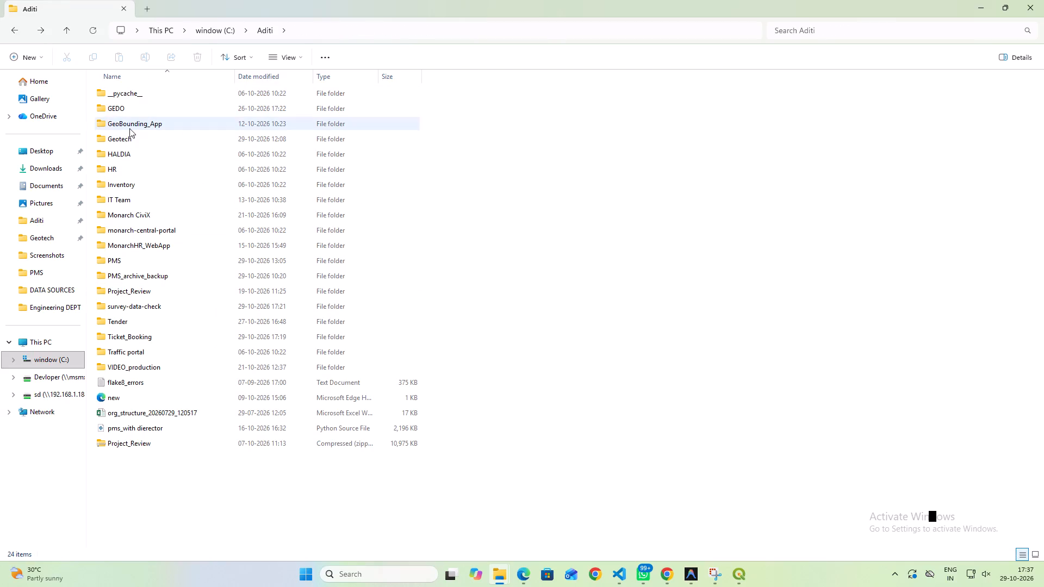
Open the Employee Master Details Till 21st Oct 2026 workbook from the DATA SOURCES folder and enable editing.
{"action": "left_click", "coordinate": [49, 291]}
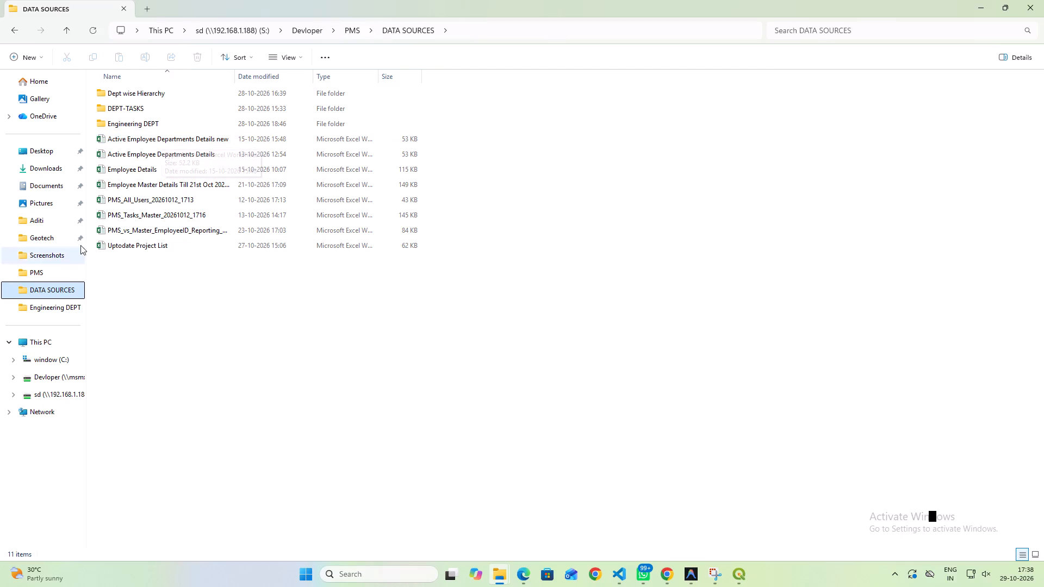
{"action": "double_click", "coordinate": [140, 184]}
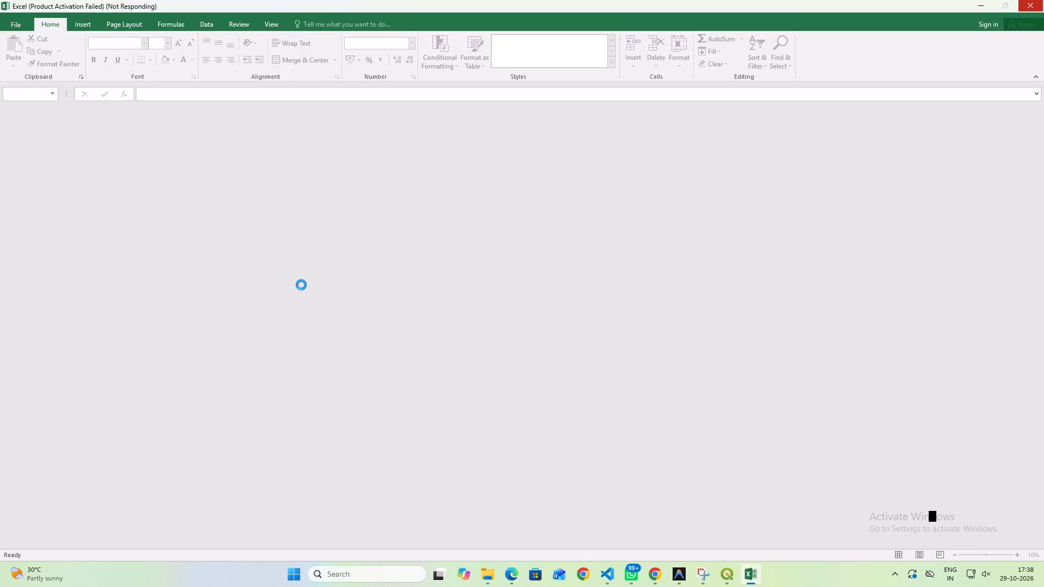
{"action": "left_click", "coordinate": [629, 388]}
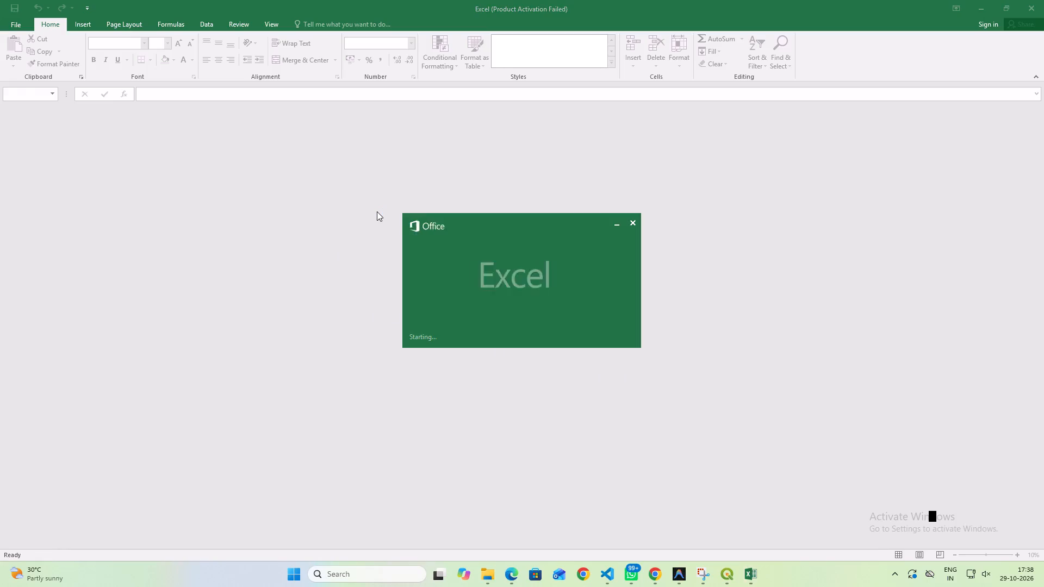
{"action": "left_click", "coordinate": [434, 42]}
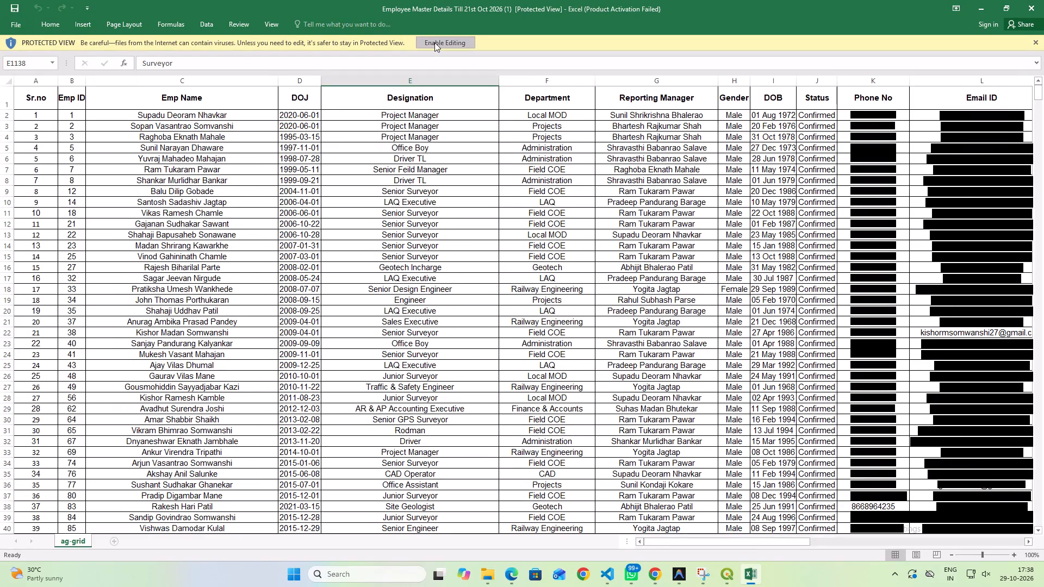
Add column filters to the header row of the ag-grid sheet.
{"action": "left_click", "coordinate": [4, 124]}
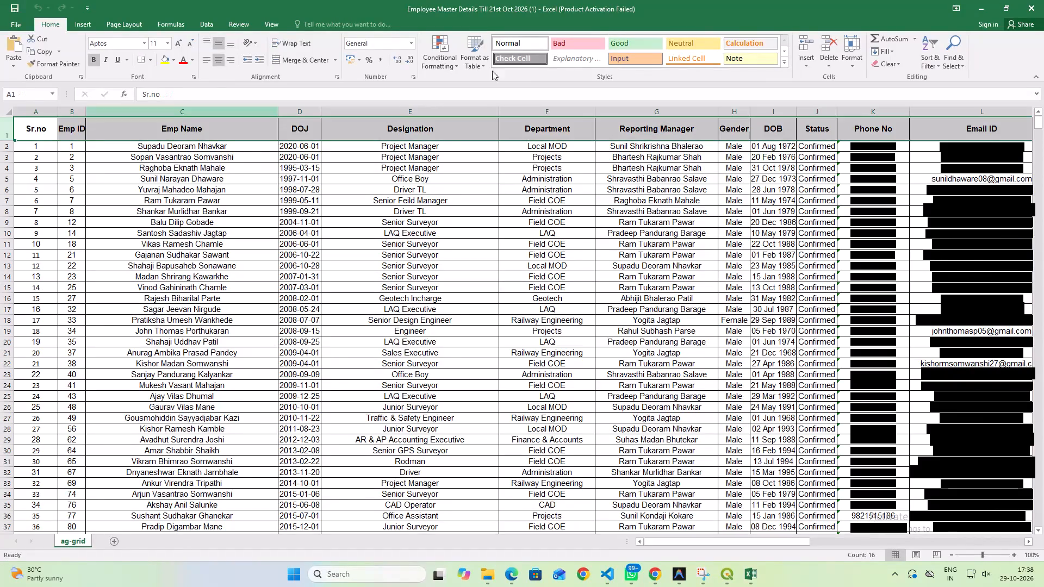
{"action": "left_click", "coordinate": [925, 64]}
{"action": "left_click", "coordinate": [943, 122]}
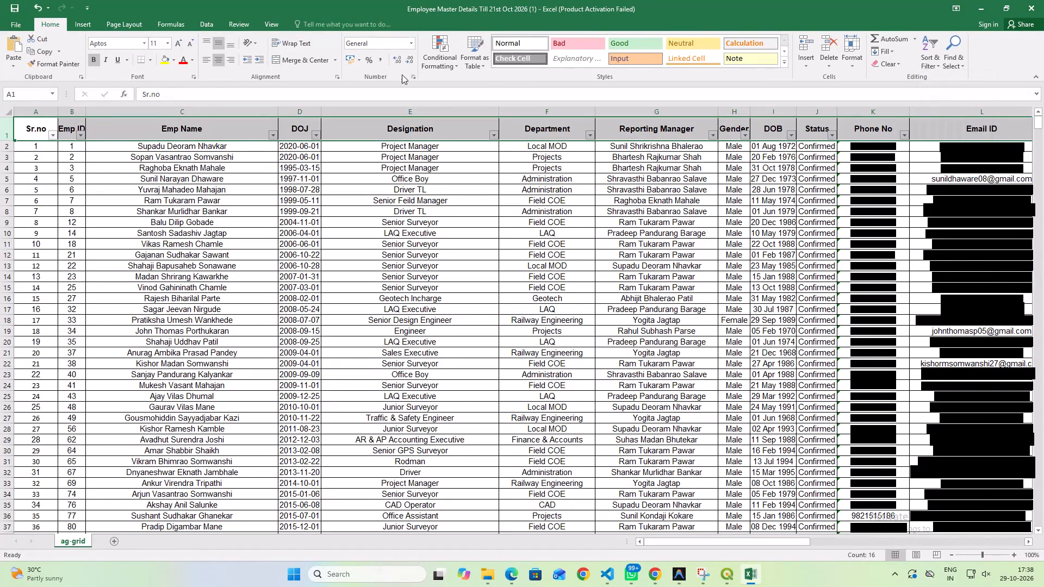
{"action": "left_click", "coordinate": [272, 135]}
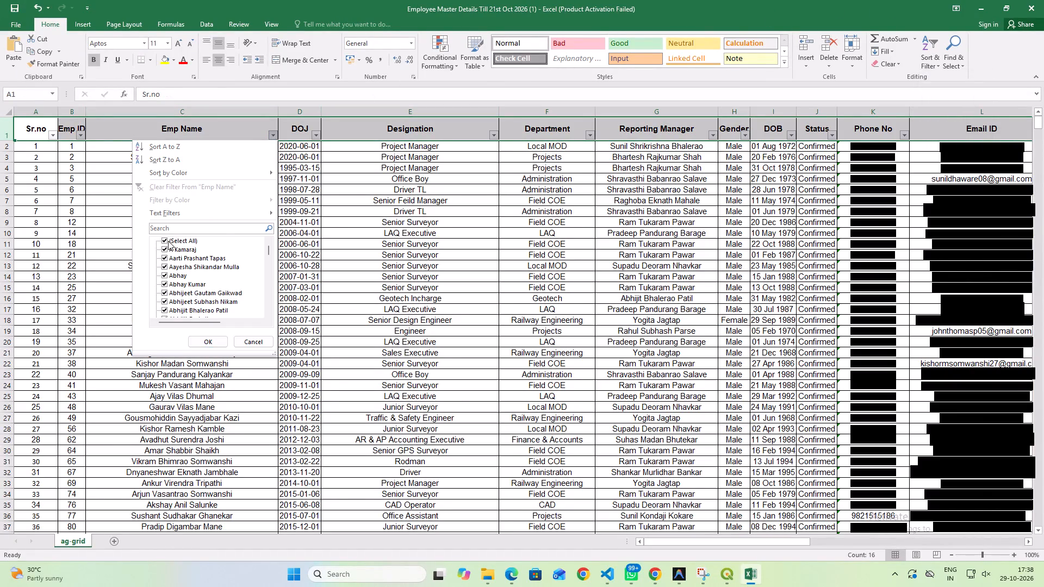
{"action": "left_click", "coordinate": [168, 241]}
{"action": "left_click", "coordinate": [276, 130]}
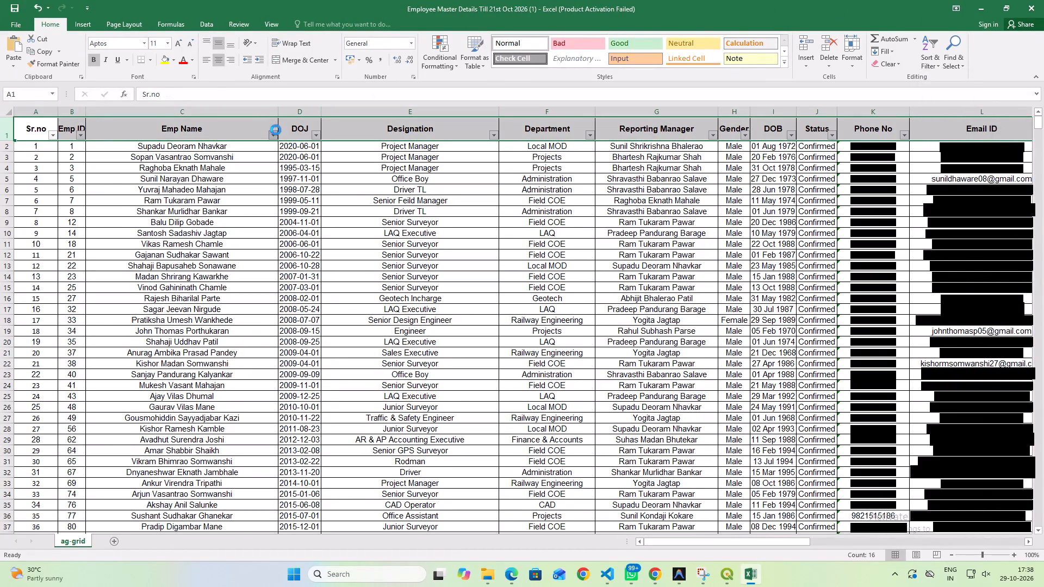
{"action": "left_click", "coordinate": [82, 135]}
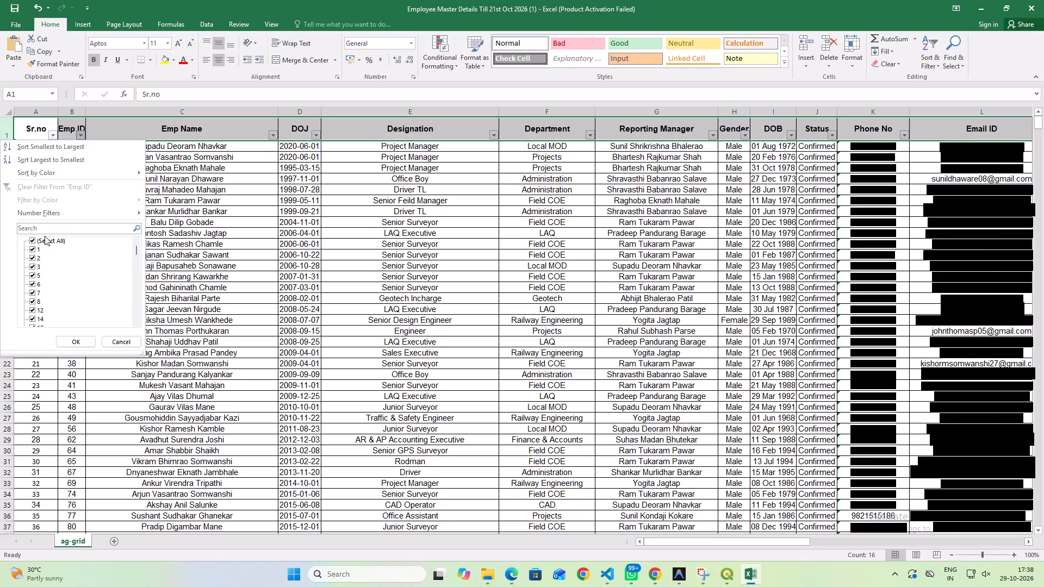
{"action": "left_click", "coordinate": [33, 240]}
{"action": "left_click", "coordinate": [35, 231]}
{"action": "type", "text": "2392"}
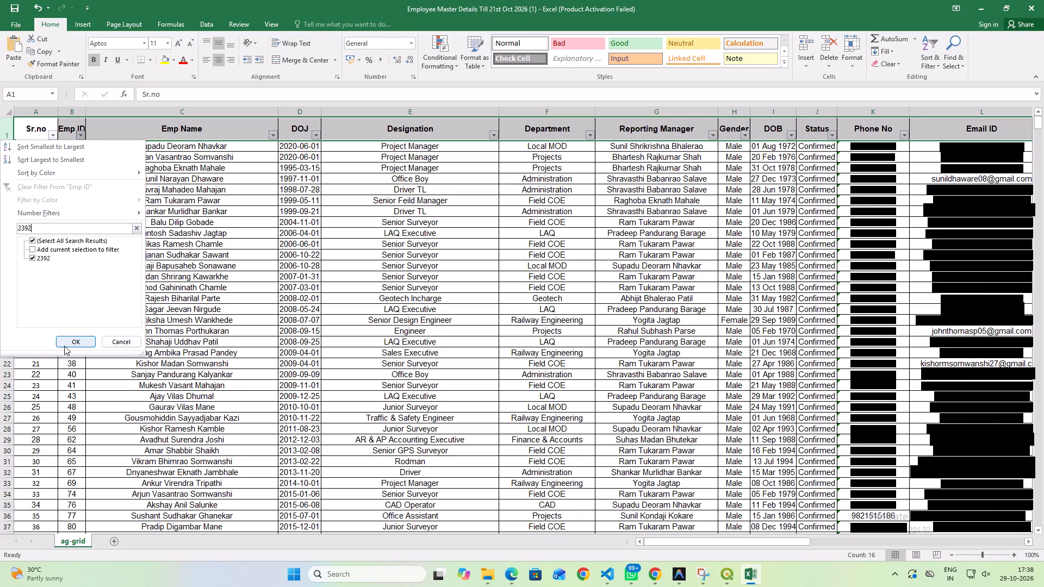
{"action": "left_click", "coordinate": [78, 343]}
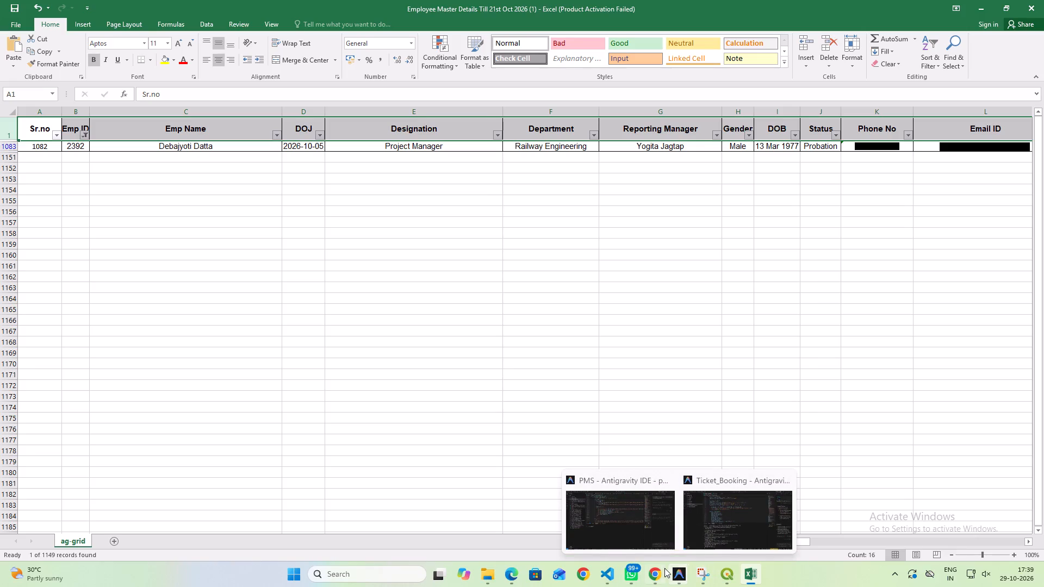
{"action": "left_click", "coordinate": [651, 524]}
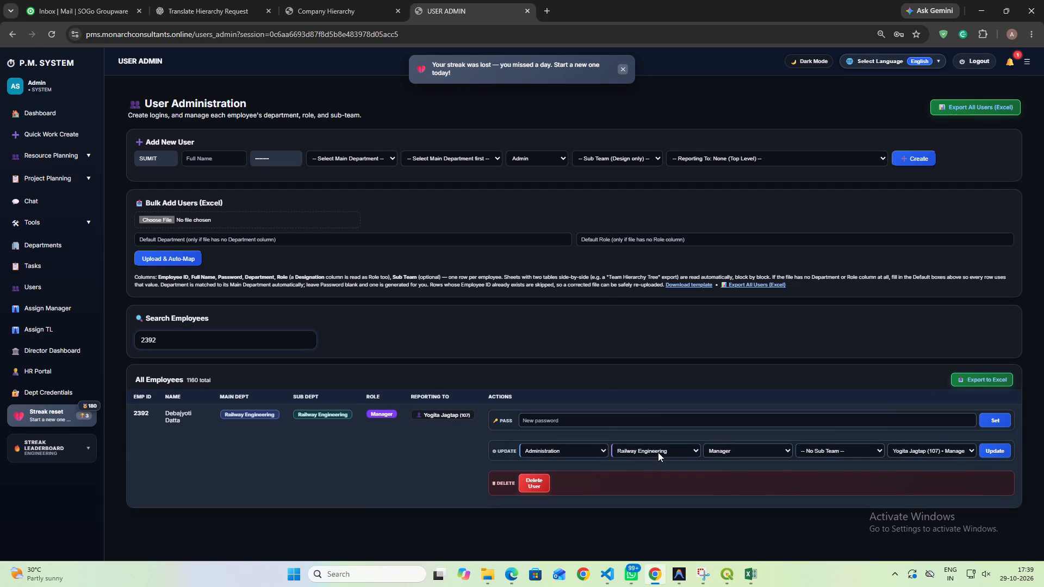
{"action": "left_click", "coordinate": [572, 452]}
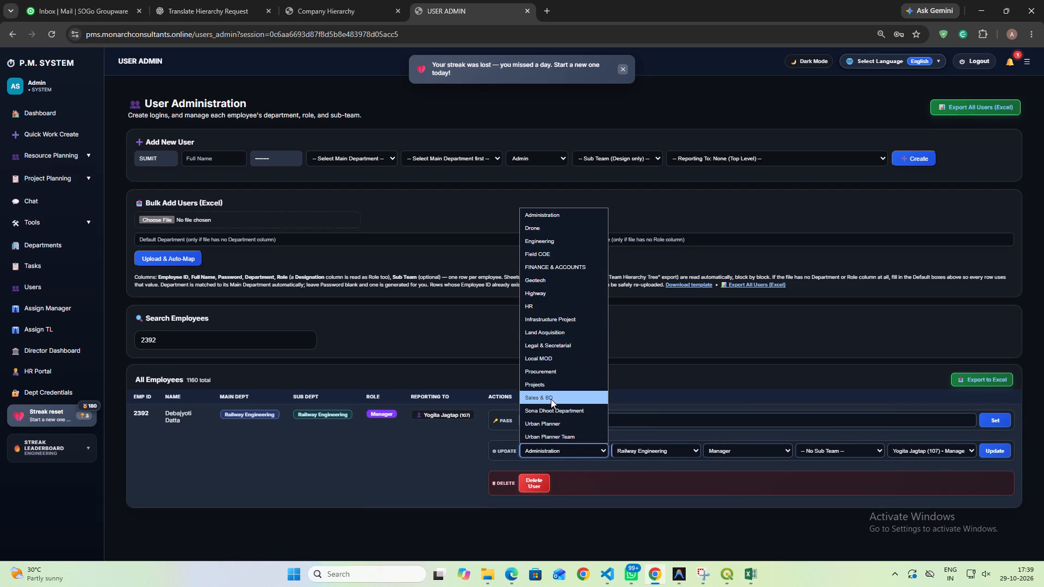
{"action": "left_click", "coordinate": [785, 447]}
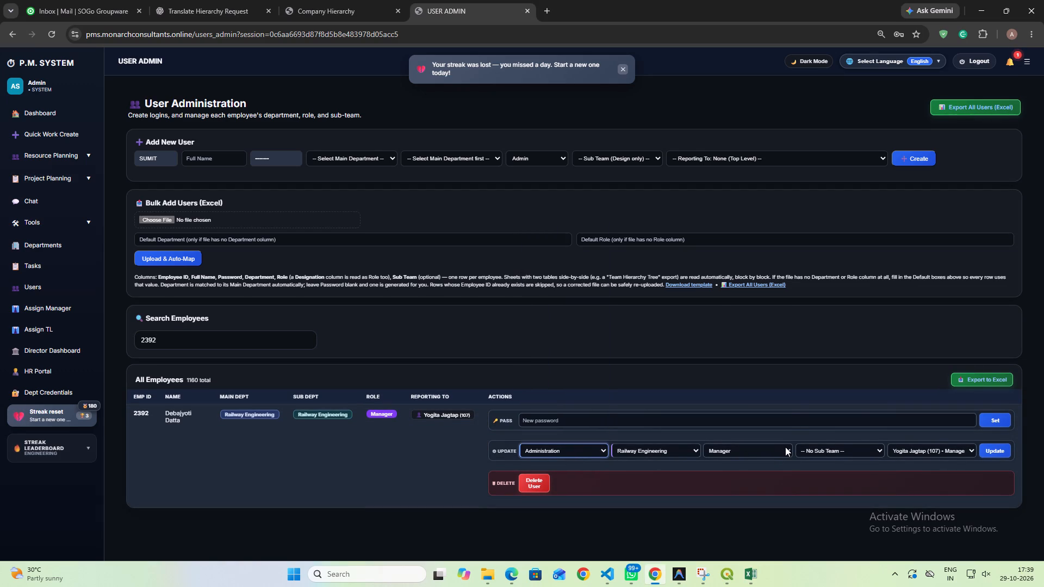
{"action": "left_click", "coordinate": [739, 350]}
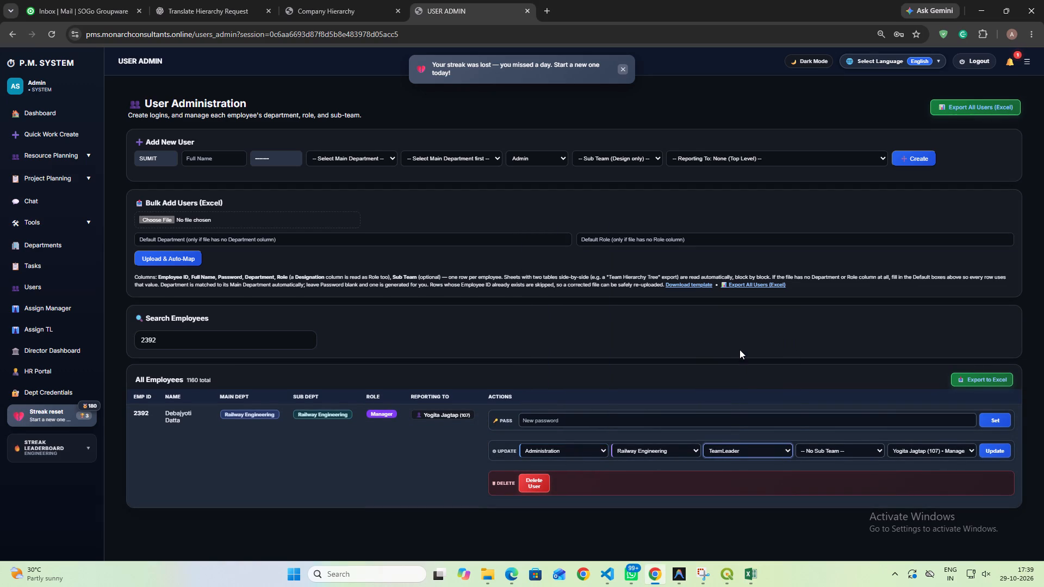
{"action": "left_click", "coordinate": [1001, 452]}
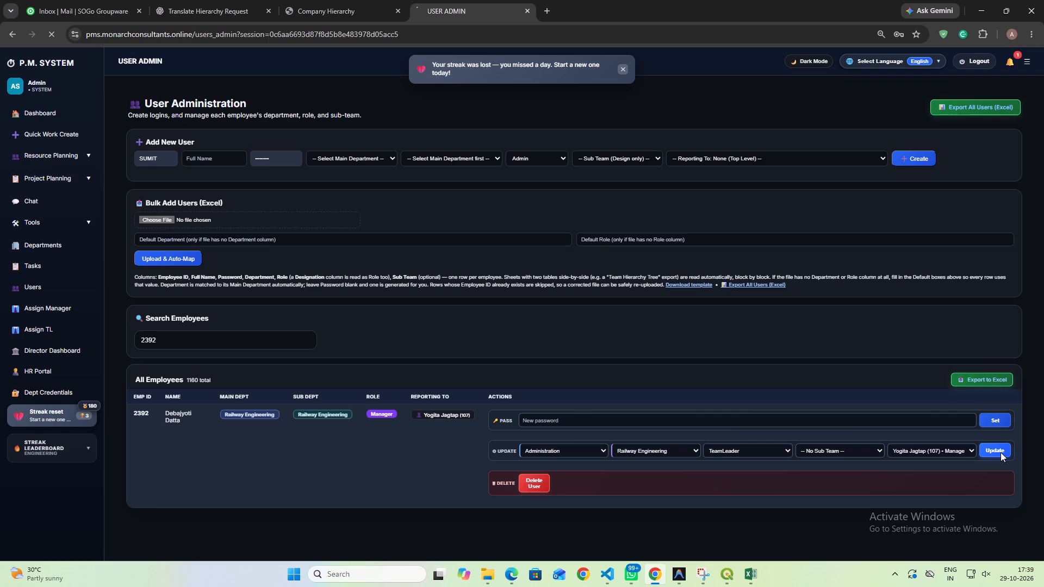
{"action": "key", "text": "alt+Tab"}
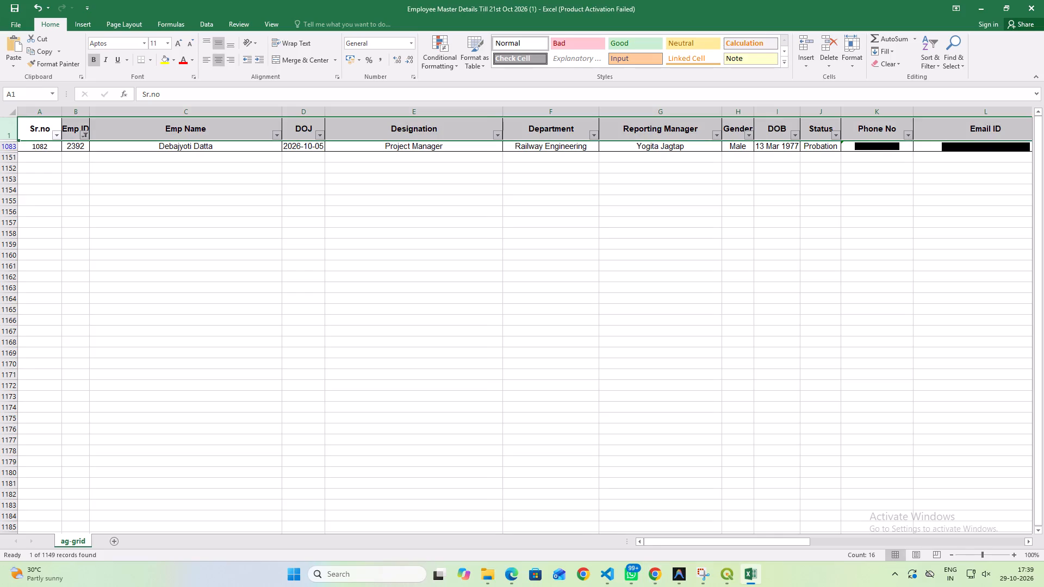
{"action": "left_click", "coordinate": [435, 166]}
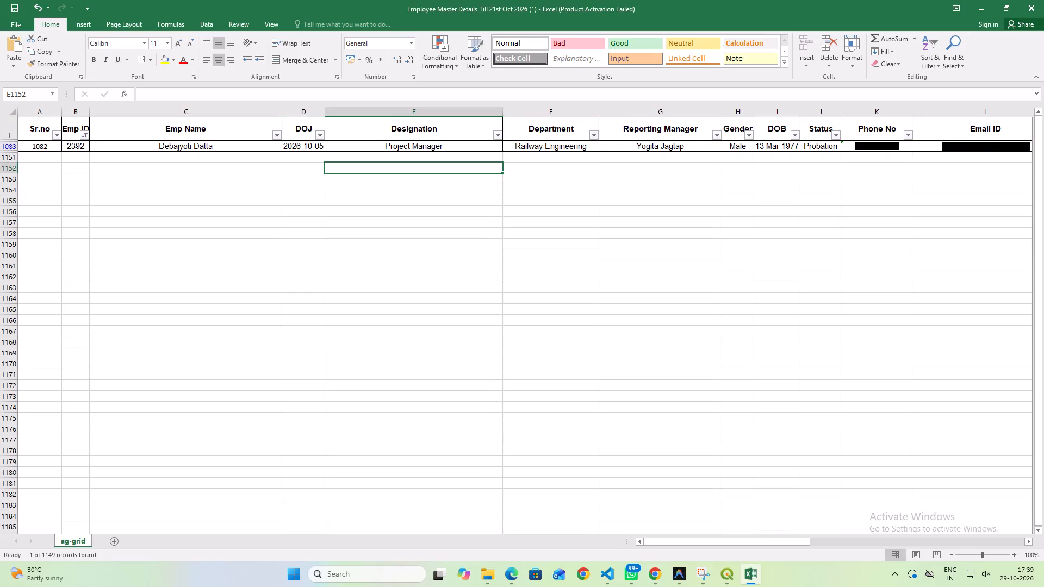
{"action": "left_click_drag", "start_coordinate": [788, 541], "coordinate": [910, 540]}
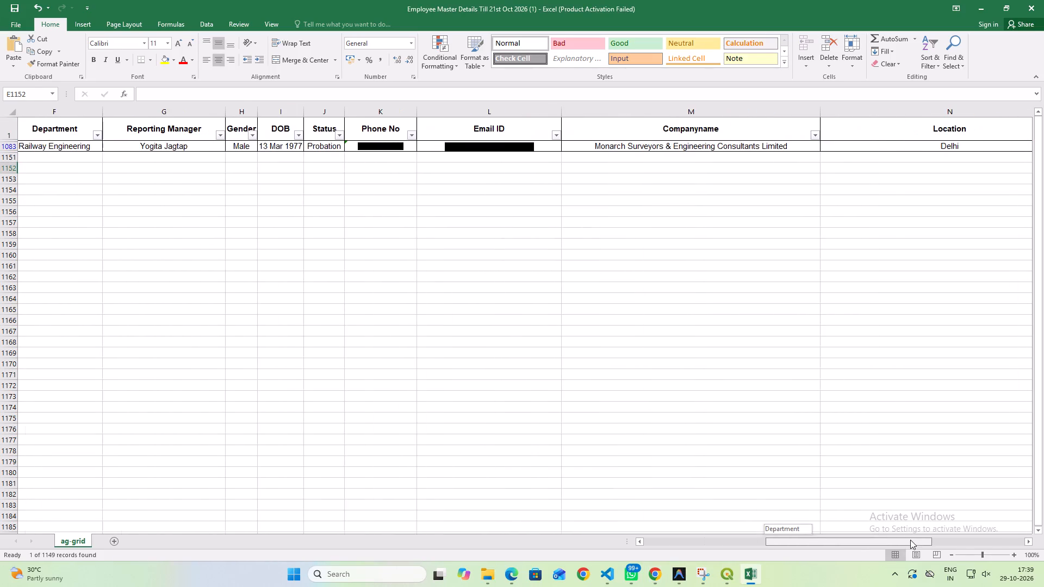
{"action": "left_click_drag", "start_coordinate": [910, 540], "coordinate": [1043, 517]}
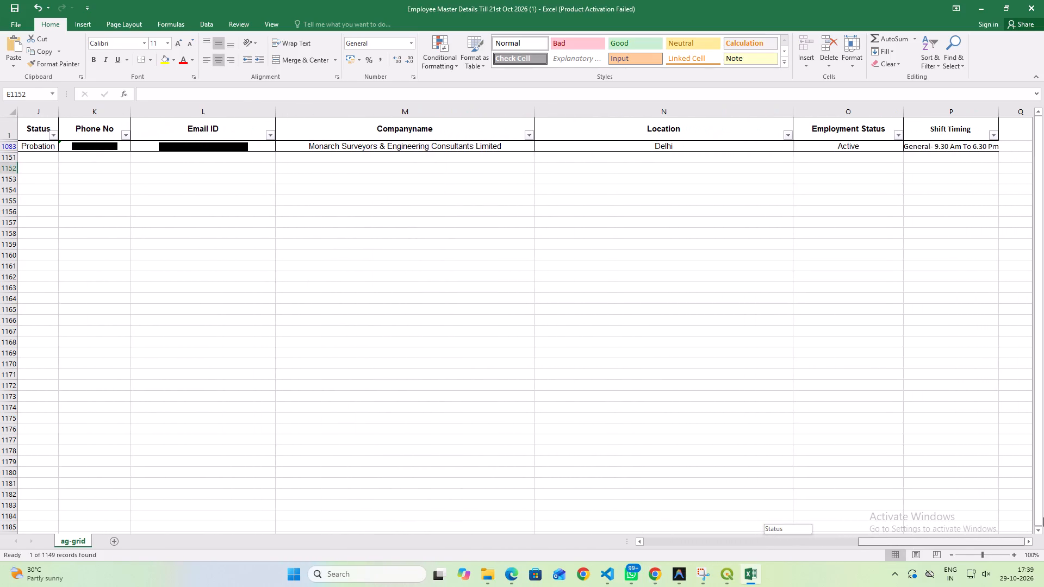
{"action": "left_click_drag", "start_coordinate": [1043, 517], "coordinate": [1043, 516]}
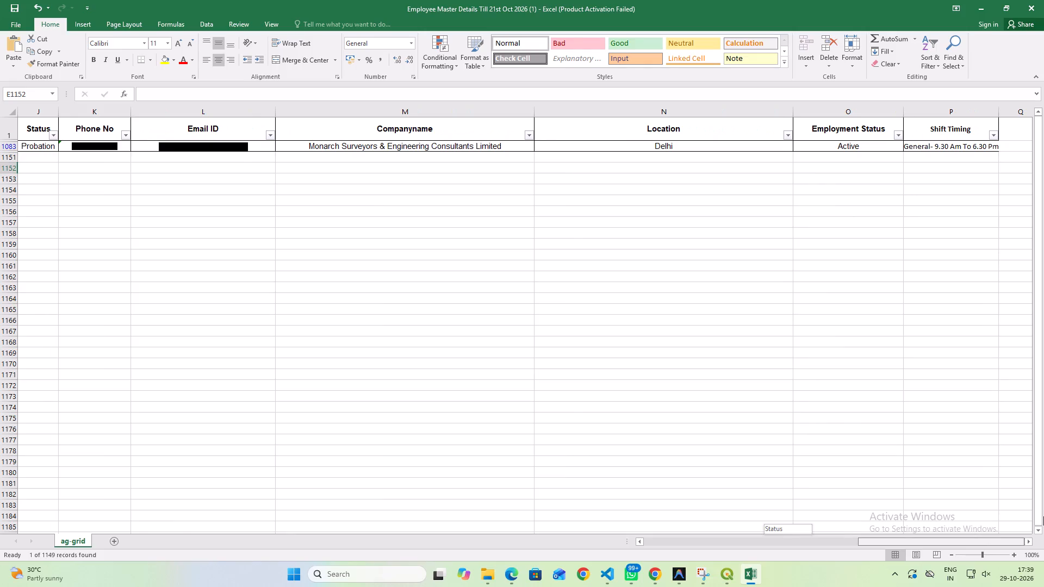
{"action": "left_click_drag", "start_coordinate": [1043, 516], "coordinate": [1005, 516]}
{"action": "left_click_drag", "start_coordinate": [1005, 516], "coordinate": [792, 494]}
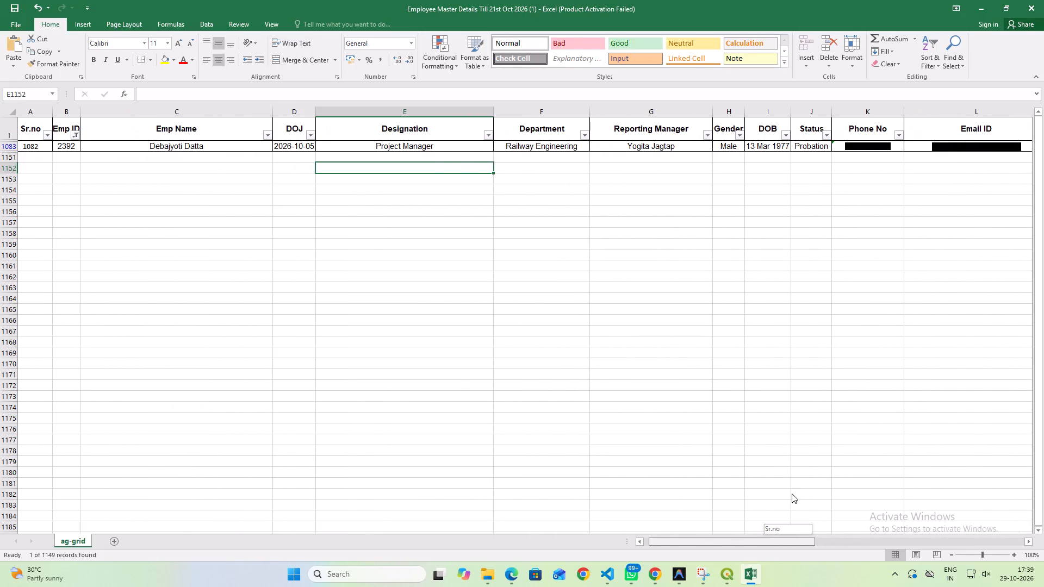
{"action": "left_click_drag", "start_coordinate": [792, 494], "coordinate": [791, 494]}
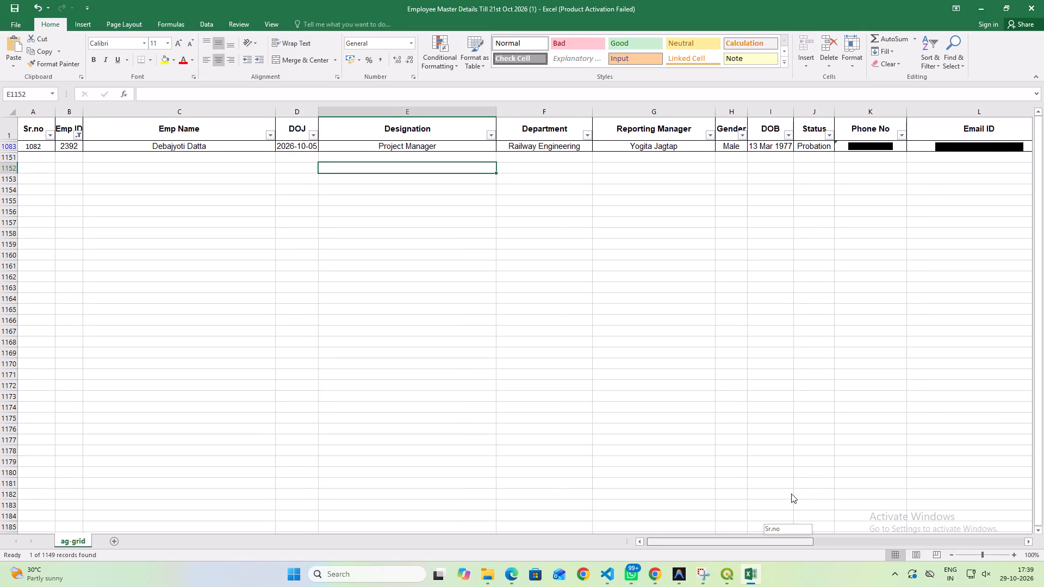
{"action": "left_click_drag", "start_coordinate": [791, 494], "coordinate": [785, 492]}
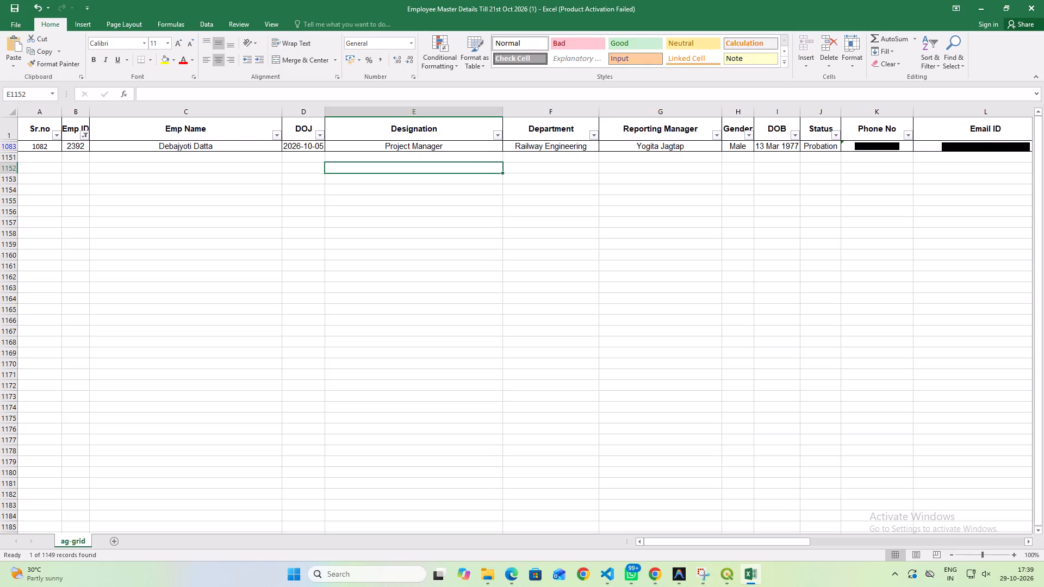
{"action": "left_click_drag", "start_coordinate": [747, 540], "coordinate": [787, 542]}
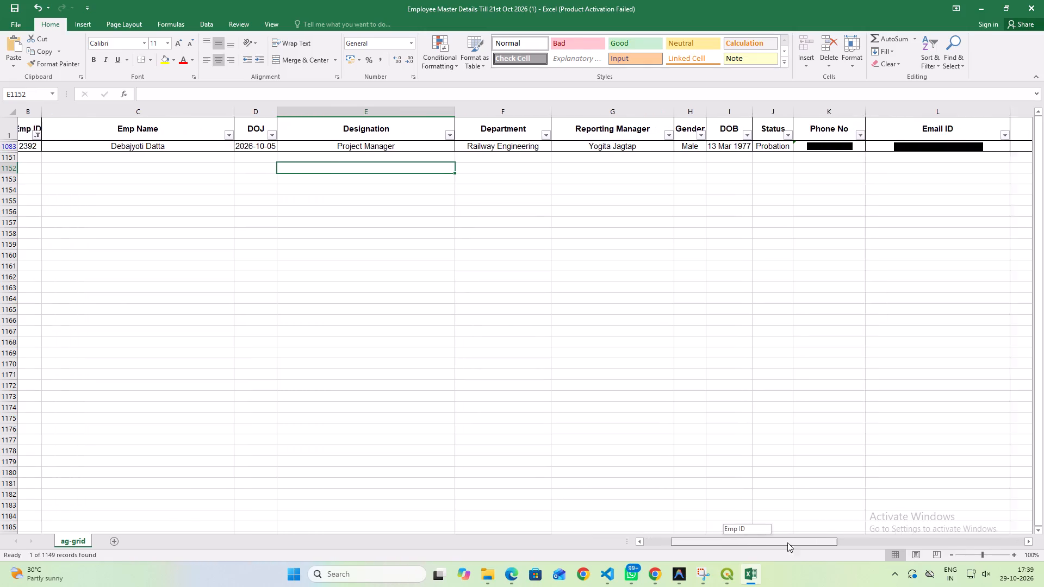
{"action": "left_click_drag", "start_coordinate": [787, 542], "coordinate": [881, 533]}
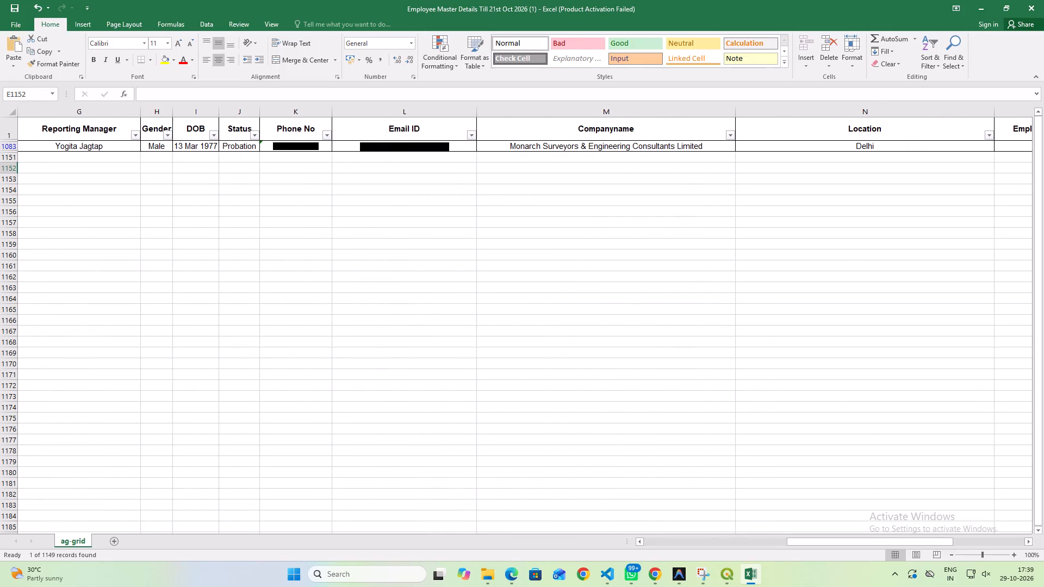